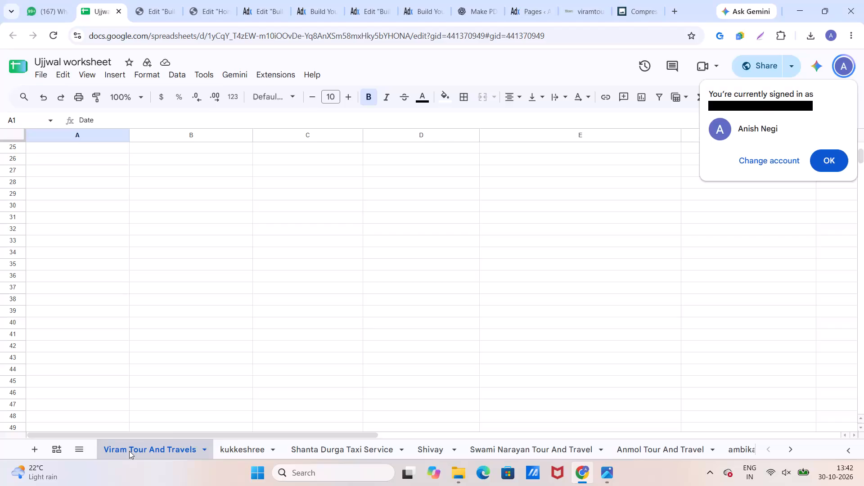
Examine the task checklist and website details in the Viram Tour And Travels sheet, dismissing the signed-in account notice.
left_click(129, 451)
scroll(218, 326, "up", 2)
scroll(218, 325, "down", 1)
scroll(219, 325, "up", 12)
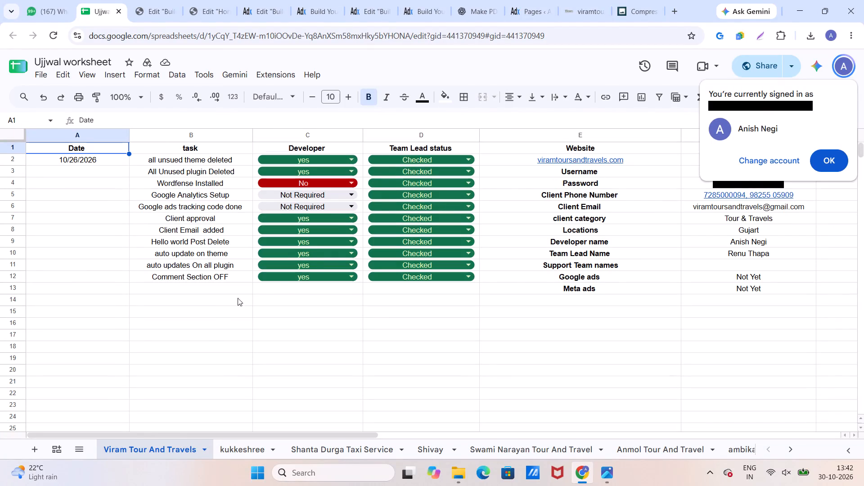
scroll(489, 191, "up", 4)
left_click(841, 160)
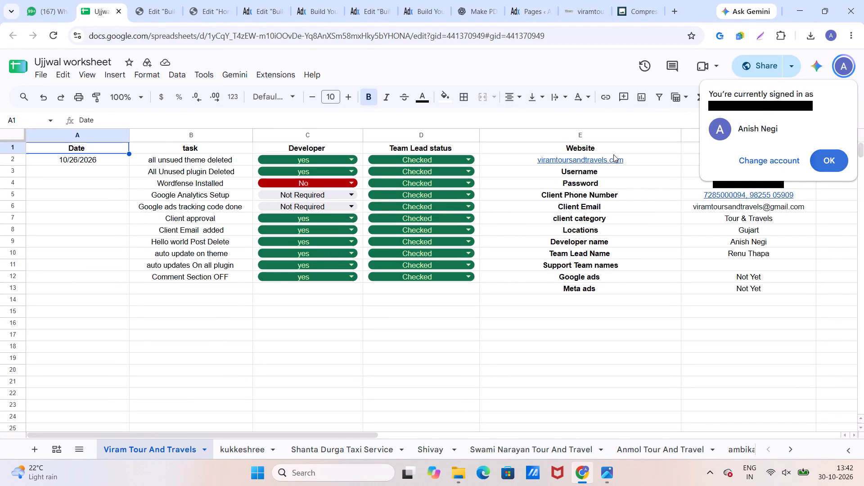
Select the viramtoursandtravels.com website entry in the sheet and open a new browser tab.
left_click(624, 158)
left_click(611, 176)
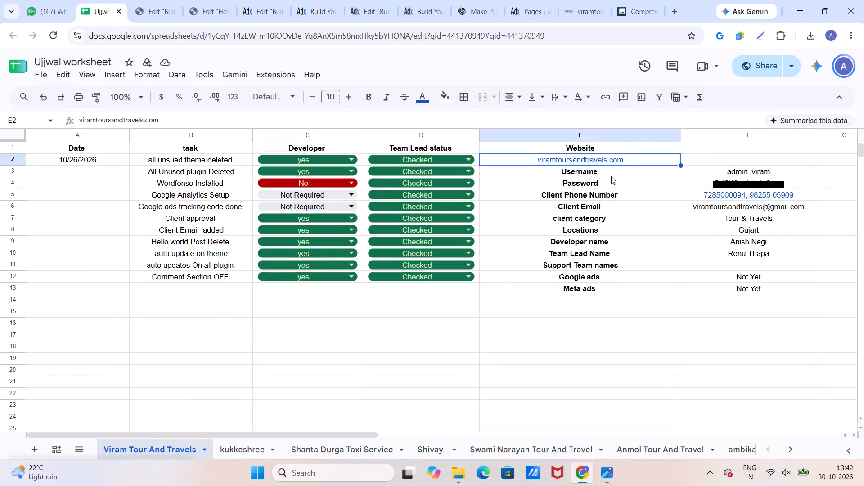
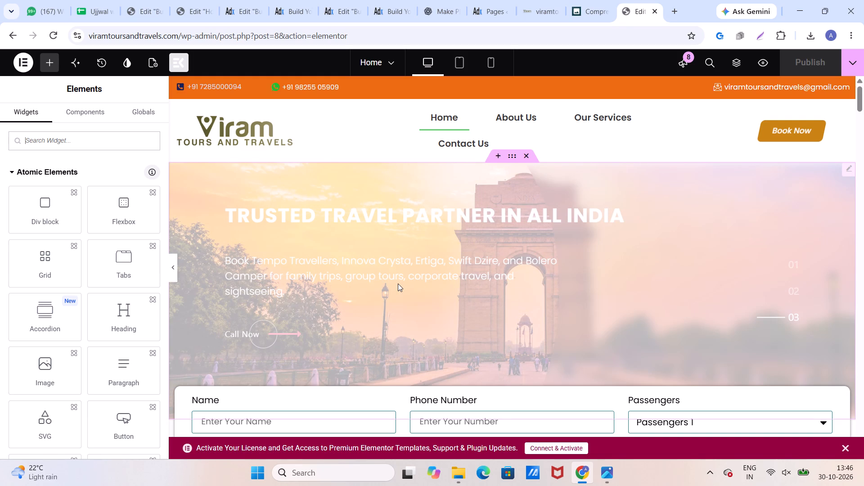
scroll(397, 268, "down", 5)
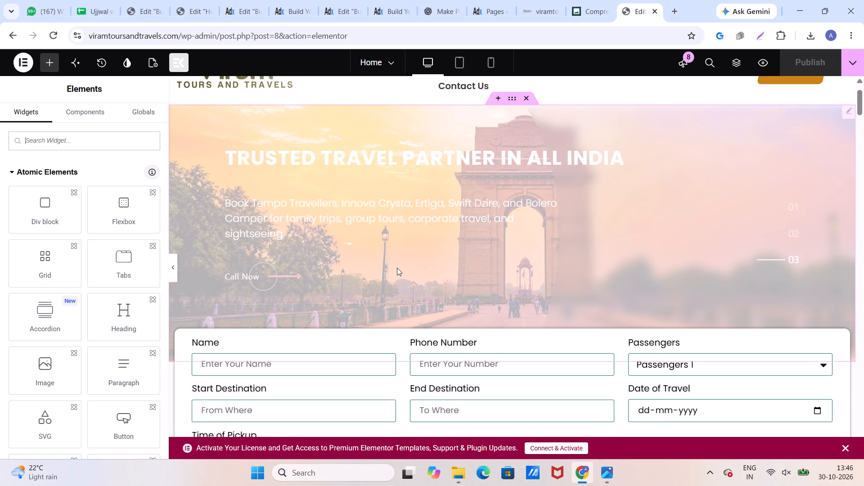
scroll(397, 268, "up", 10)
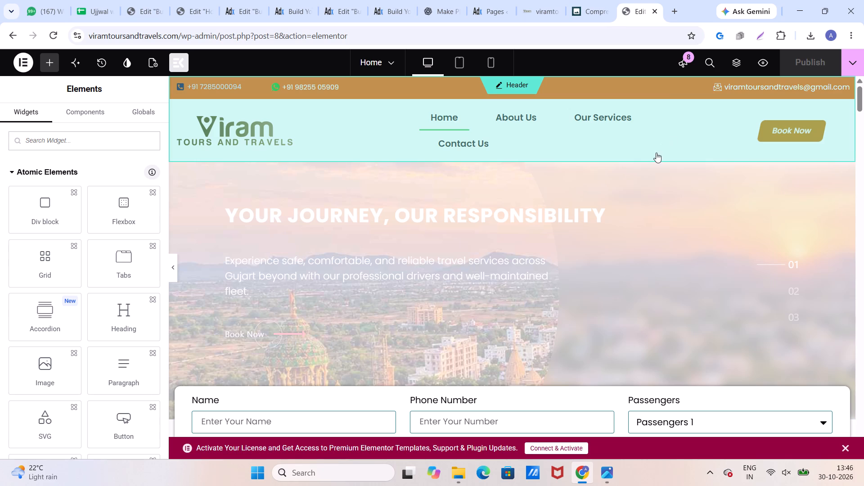
Open the site header for editing and expand the email address item in the top bar's icon list.
left_click(658, 125)
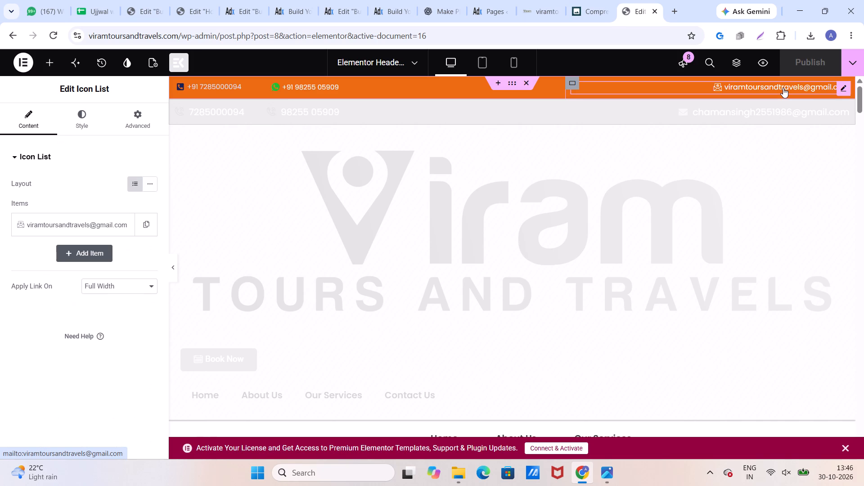
left_click(81, 230)
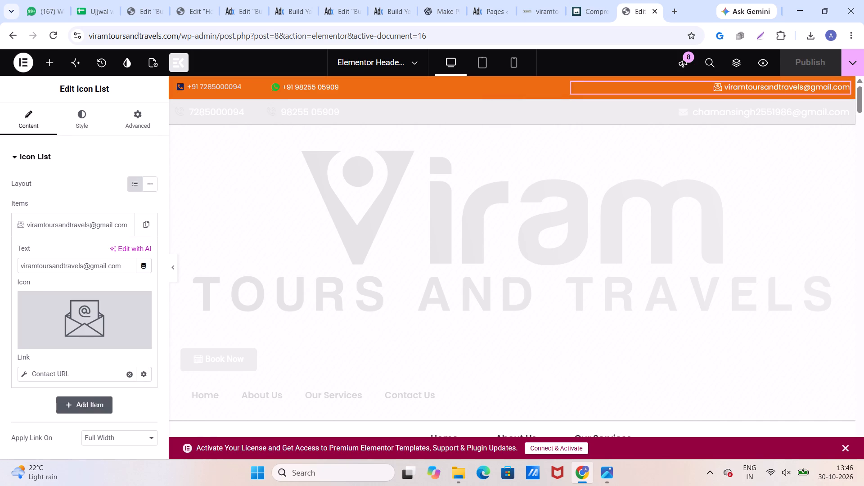
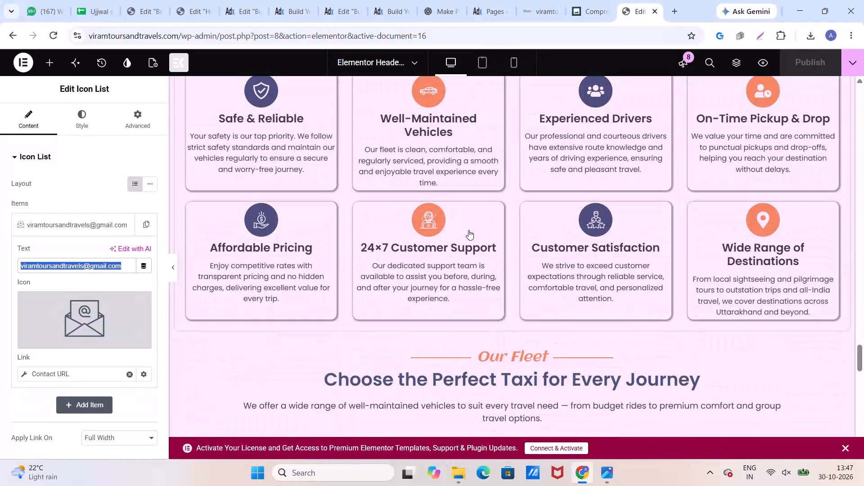
Examine the lower part of the Home page, from the feature cards through the fleet and gallery to the footer.
scroll(468, 230, "down", 5)
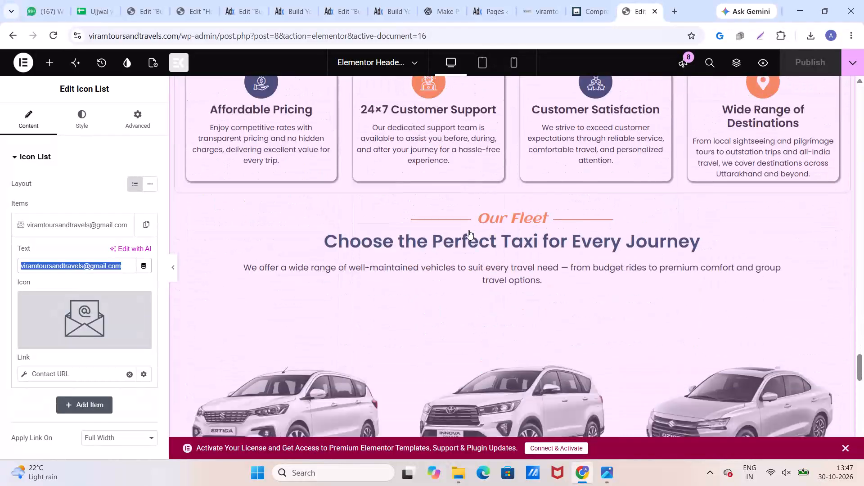
scroll(468, 230, "down", 9)
scroll(468, 243, "up", 1)
scroll(468, 243, "down", 5)
scroll(469, 243, "up", 1)
scroll(469, 243, "down", 2)
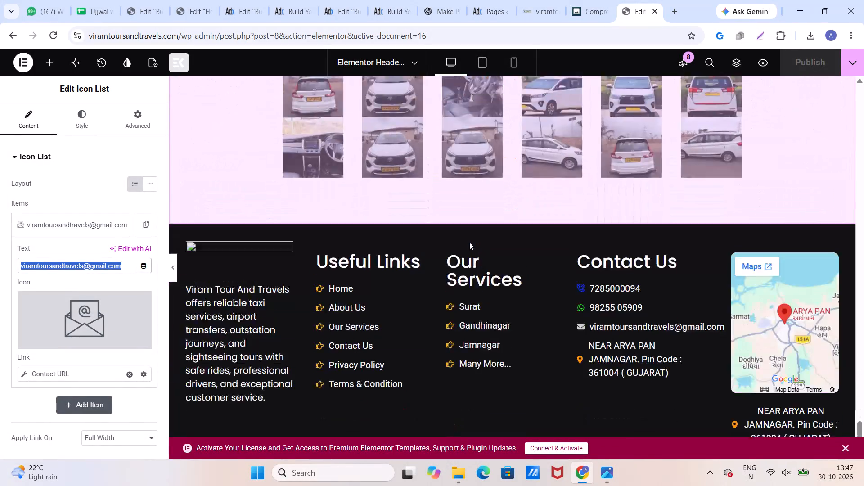
scroll(469, 242, "down", 5)
scroll(469, 242, "up", 1)
scroll(469, 242, "down", 2)
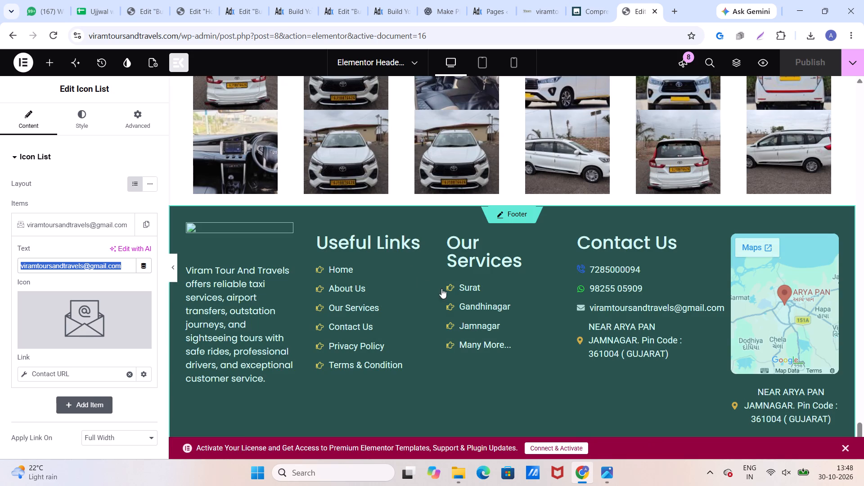
scroll(414, 264, "down", 3)
Review the page from the gallery back up through the testimonials and the destination cards.
scroll(482, 237, "up", 5)
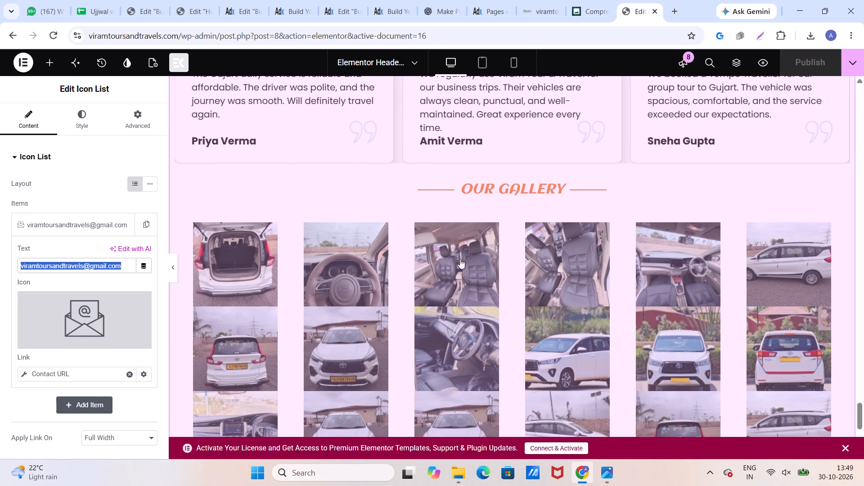
scroll(458, 260, "up", 12)
scroll(454, 236, "down", 1)
scroll(454, 236, "up", 5)
scroll(459, 236, "down", 1)
scroll(459, 236, "up", 1)
scroll(459, 236, "down", 1)
scroll(459, 236, "up", 10)
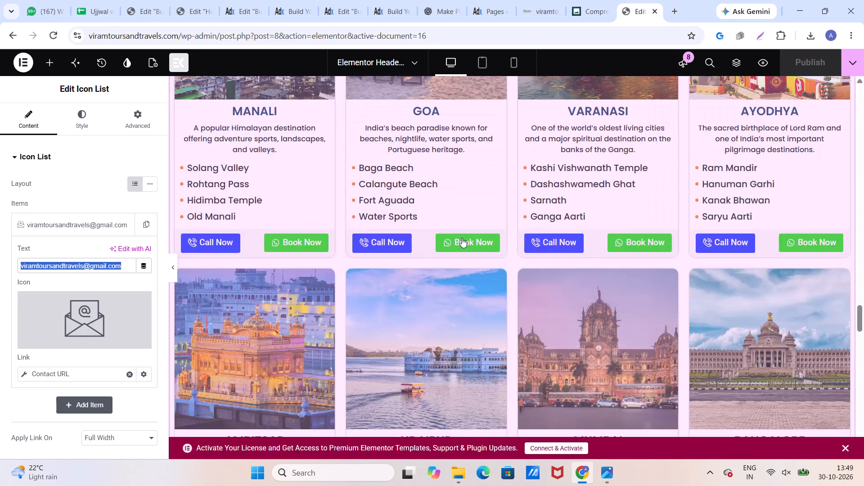
scroll(462, 238, "up", 11)
scroll(462, 238, "up", 11)
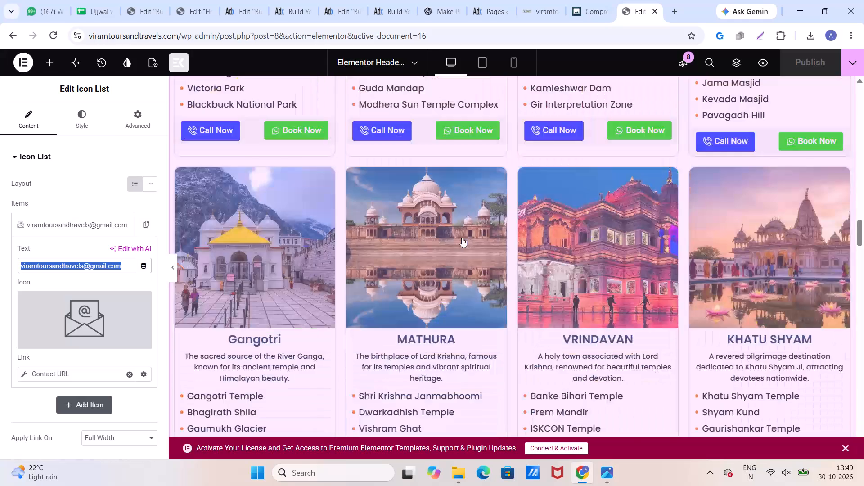
Switch editing from the header template to the Home page content.
left_click(450, 238)
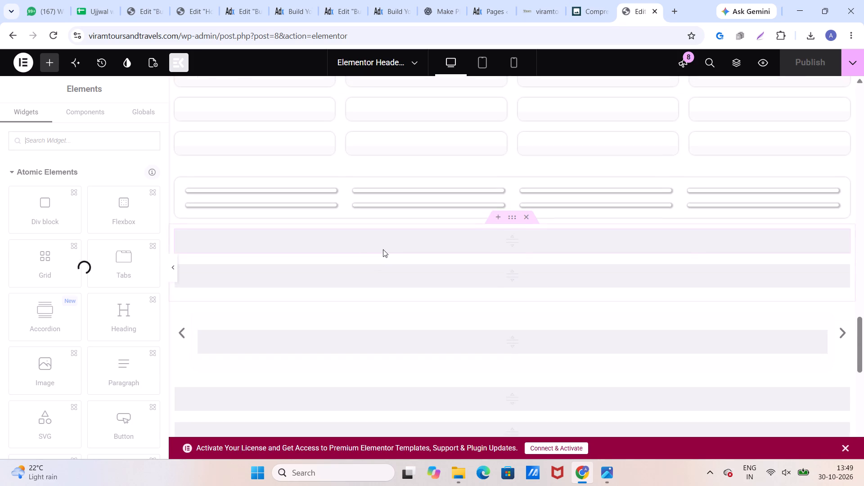
Reselect the Gujarat image 92e82aa8-566f-49d3-9c0c-60bbac042e5-200kb from the media library for the full-colour picture beside the About Us text.
scroll(421, 275, "up", 12)
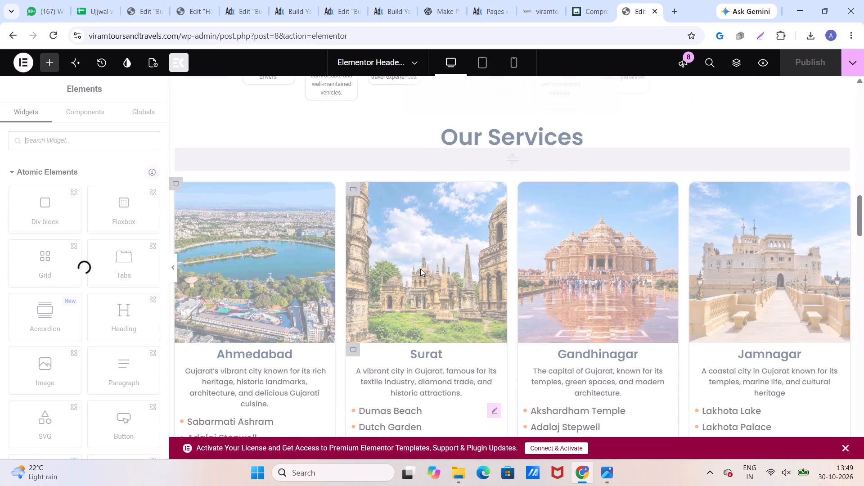
scroll(420, 269, "up", 20)
scroll(420, 269, "up", 7)
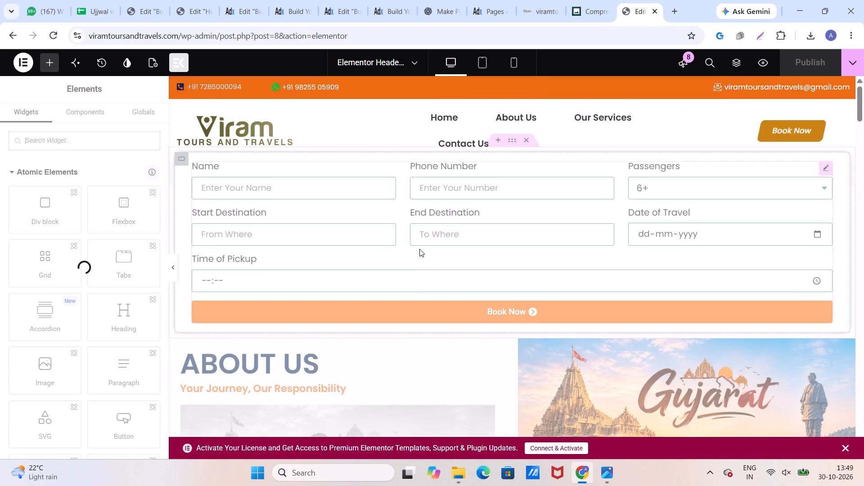
scroll(419, 249, "down", 4)
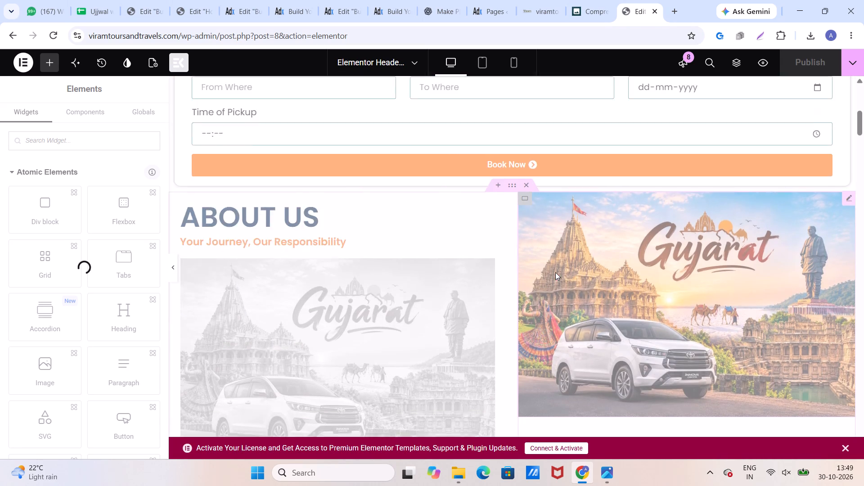
scroll(555, 272, "down", 6)
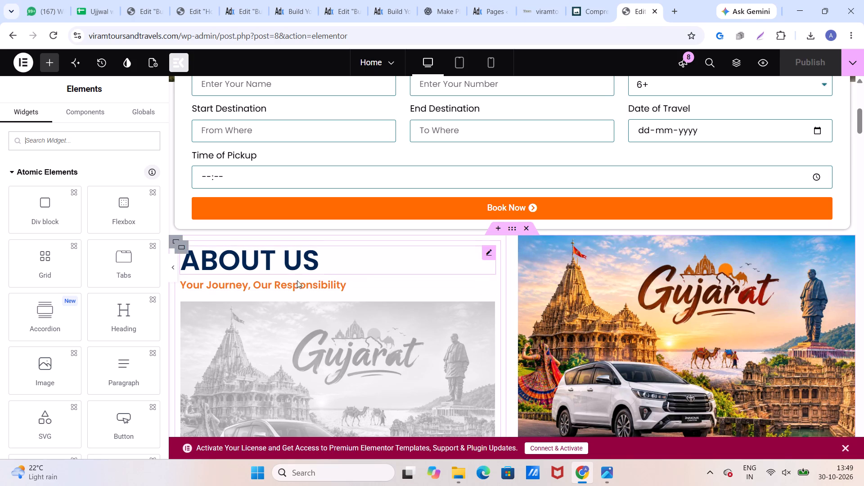
scroll(388, 248, "down", 3)
left_click(680, 202)
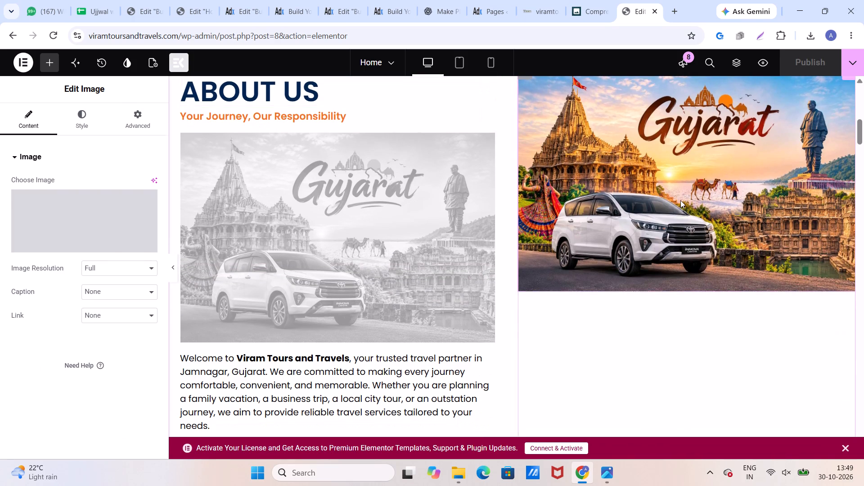
left_click(66, 208)
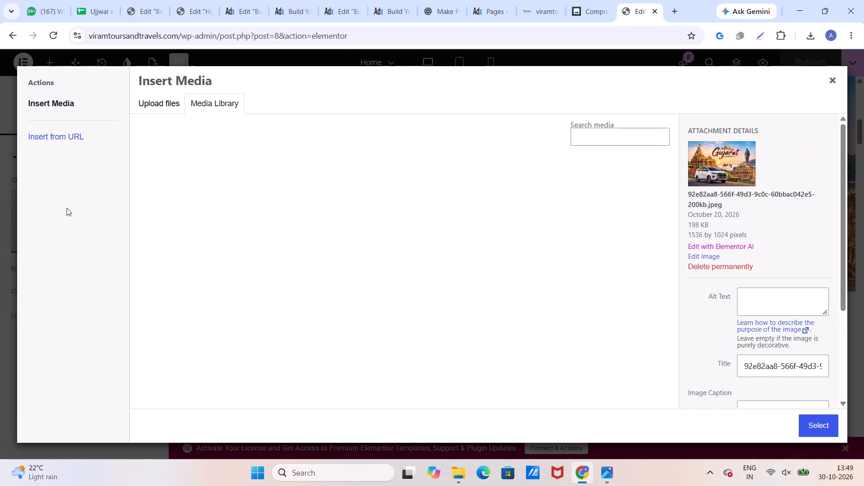
scroll(292, 259, "down", 6)
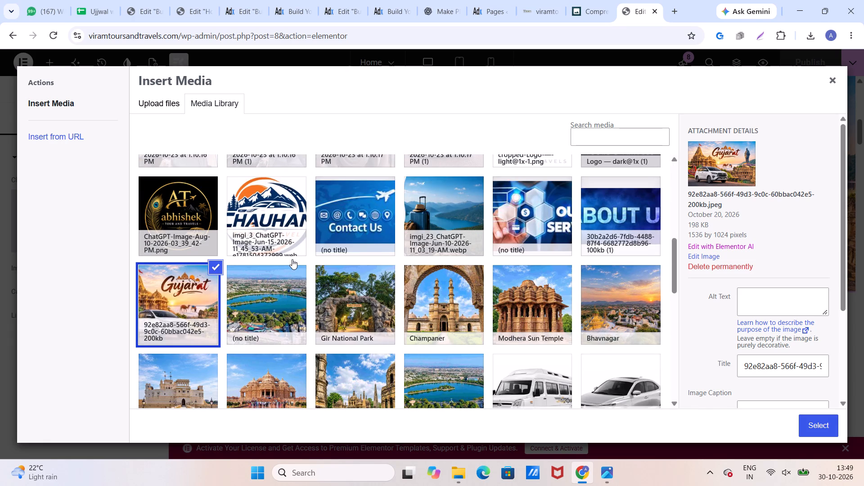
scroll(292, 259, "down", 1)
left_click(242, 249)
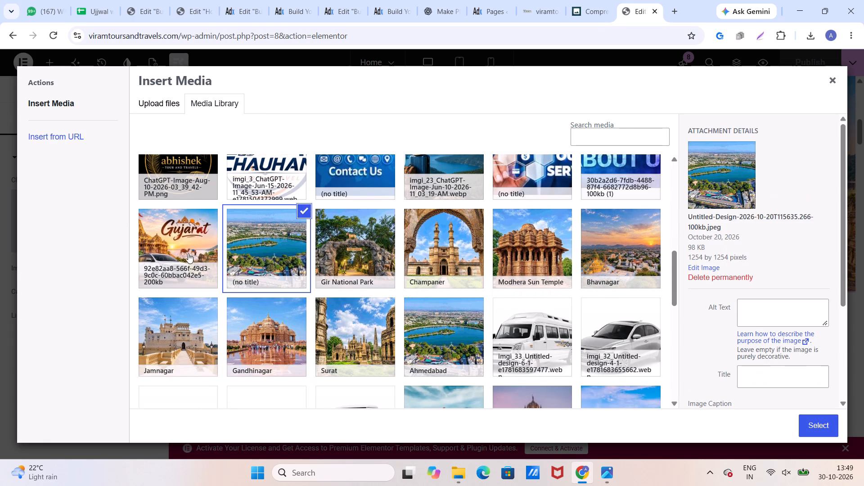
left_click(186, 253)
left_click(814, 427)
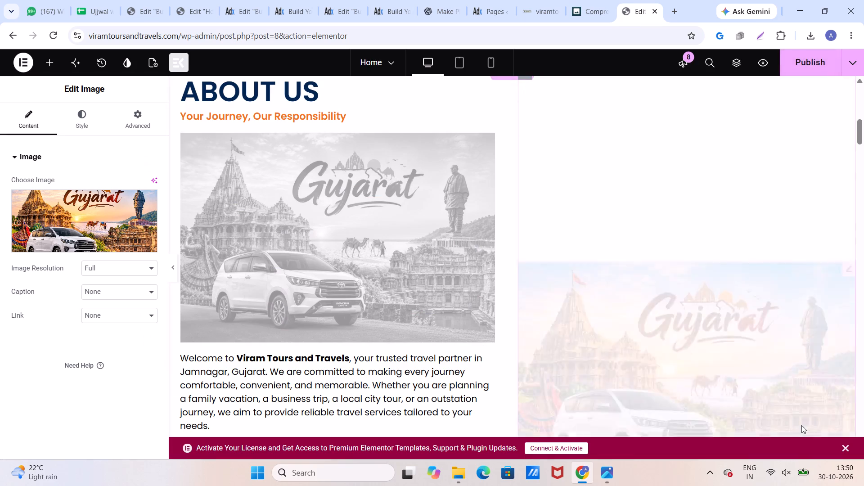
Reselect the same Gujarat image for the faded picture under the "Your Journey, Our Responsibility" heading.
left_click(365, 258)
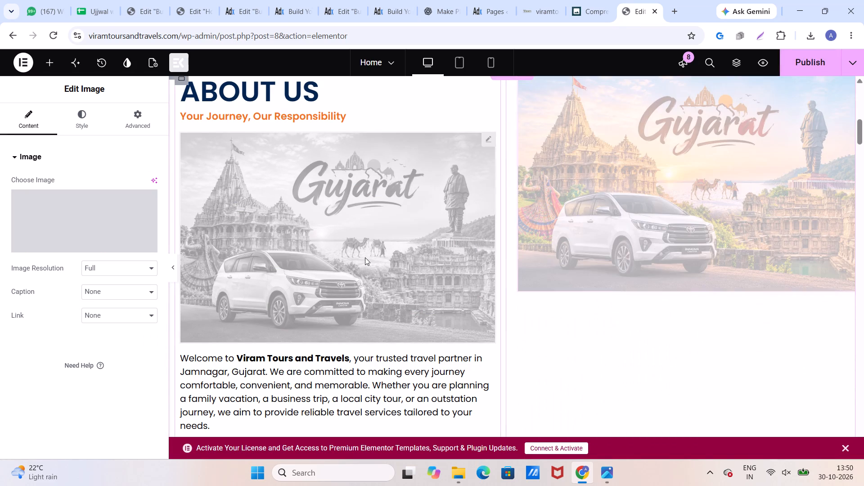
left_click(89, 219)
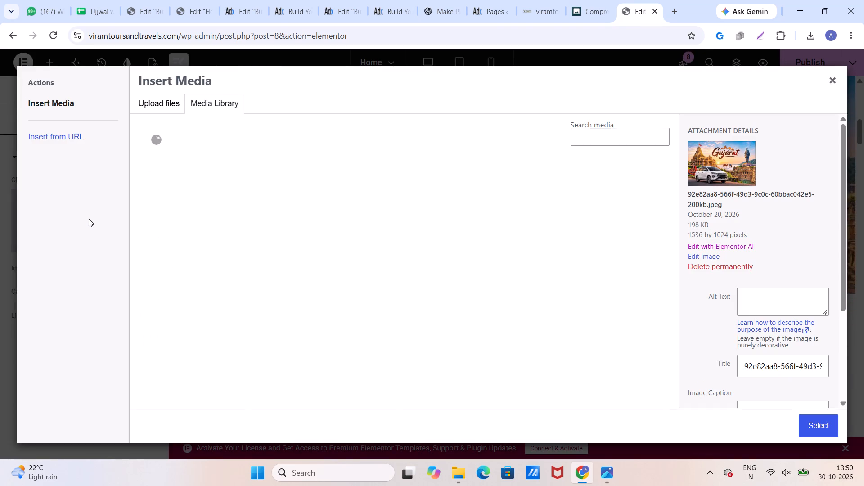
scroll(343, 311, "down", 3)
scroll(343, 311, "up", 1)
scroll(343, 311, "down", 4)
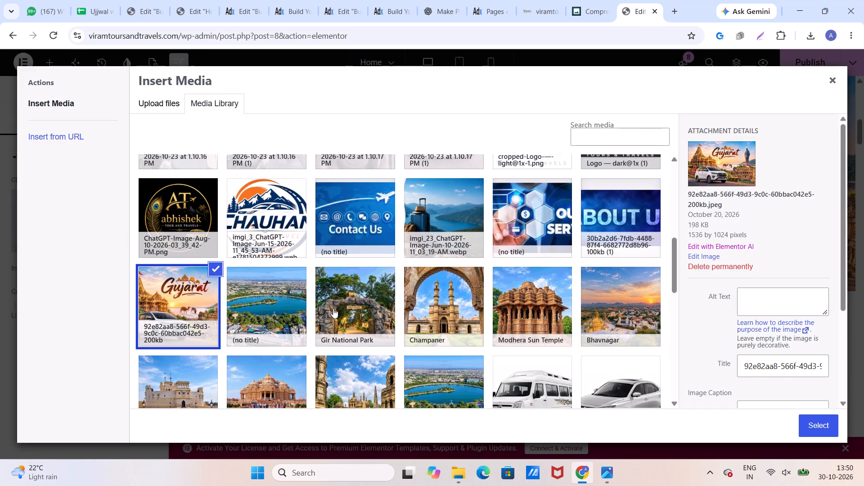
left_click(248, 306)
left_click(180, 304)
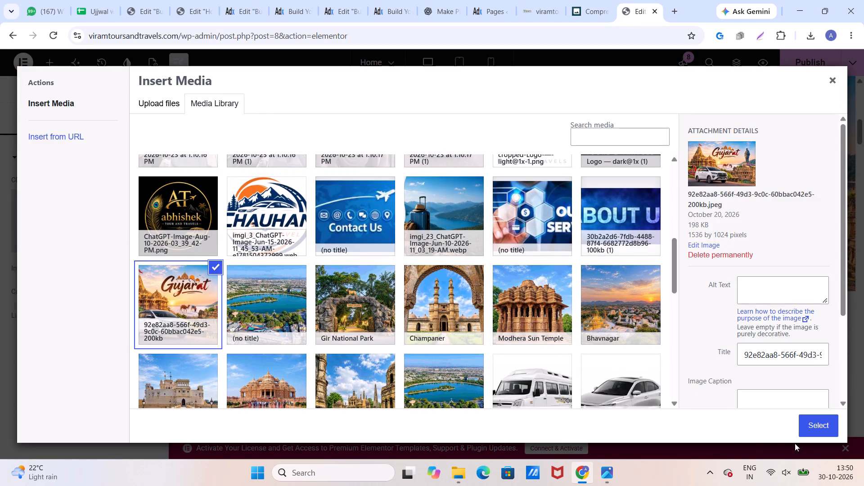
left_click(811, 429)
Reselect the imgi_6_ChatGPT-Image-Jun-17-2026 media file for the faded Family Trips and Pilgrimage Tours picture below the About Us bullet list.
scroll(468, 310, "down", 4)
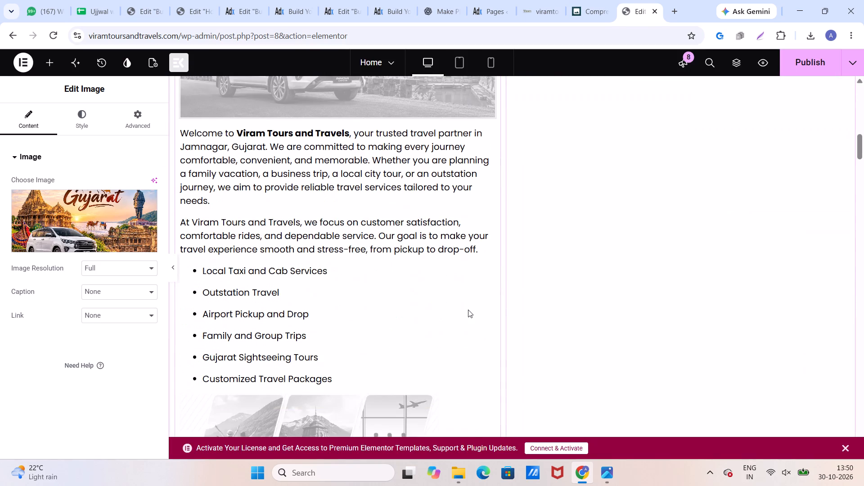
scroll(468, 310, "down", 5)
scroll(468, 310, "up", 1)
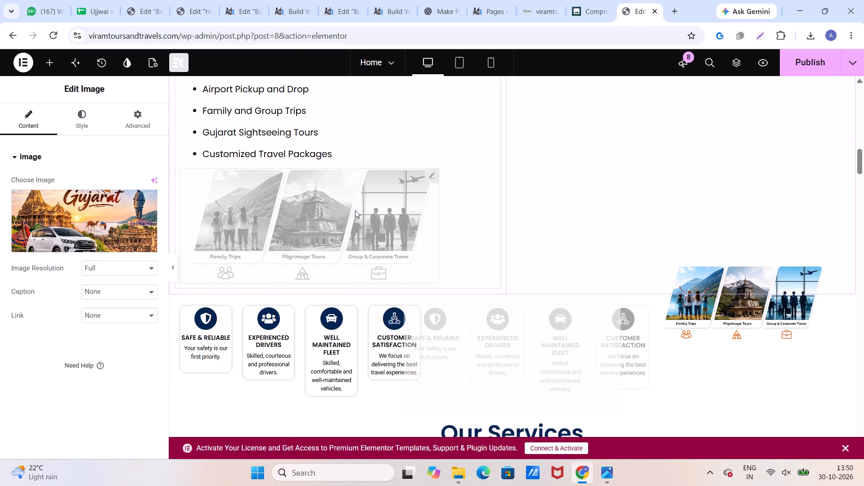
left_click(355, 210)
left_click(76, 229)
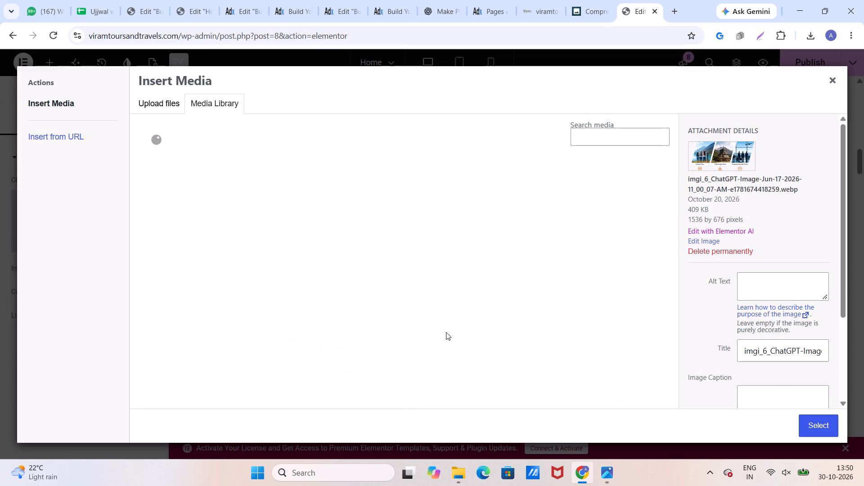
scroll(451, 332, "down", 7)
scroll(452, 332, "up", 1)
scroll(452, 332, "down", 1)
scroll(452, 332, "up", 1)
scroll(452, 328, "down", 1)
scroll(452, 328, "up", 1)
scroll(452, 328, "down", 1)
scroll(452, 328, "up", 1)
scroll(452, 328, "down", 2)
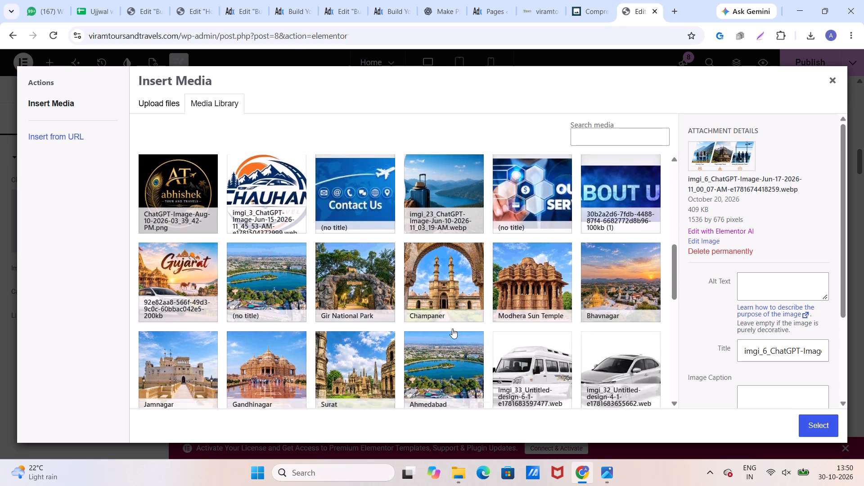
scroll(452, 328, "down", 6)
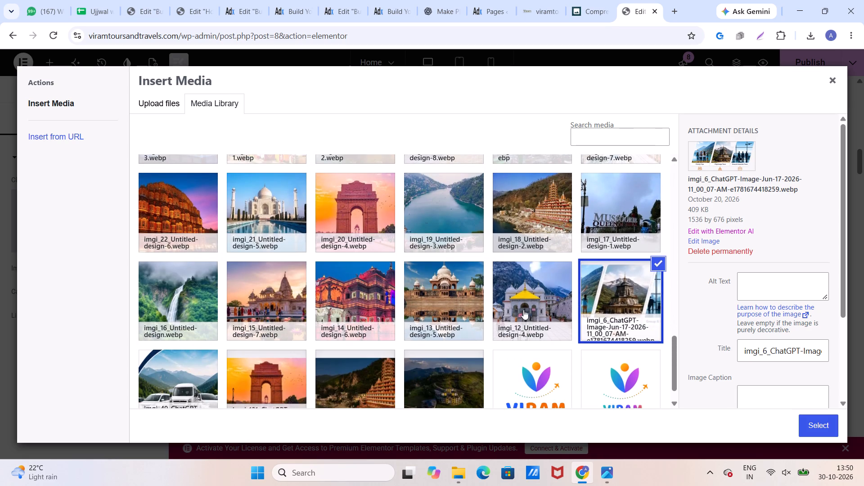
left_click(523, 310)
left_click(607, 301)
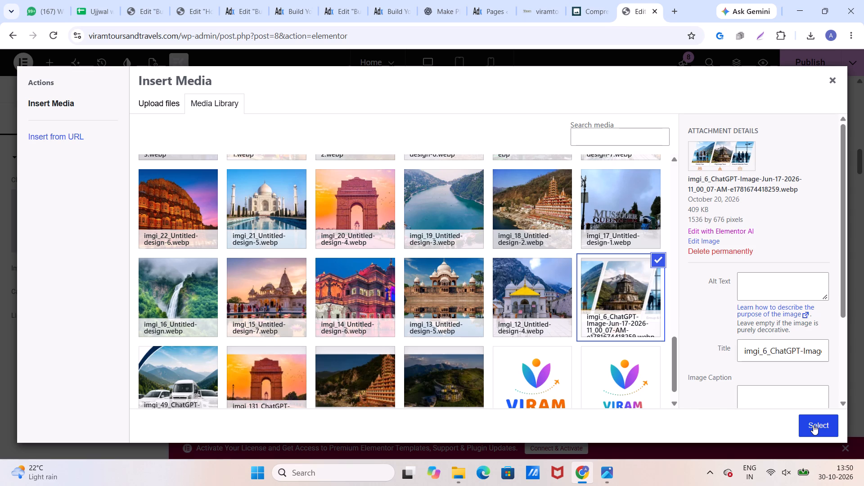
left_click(813, 423)
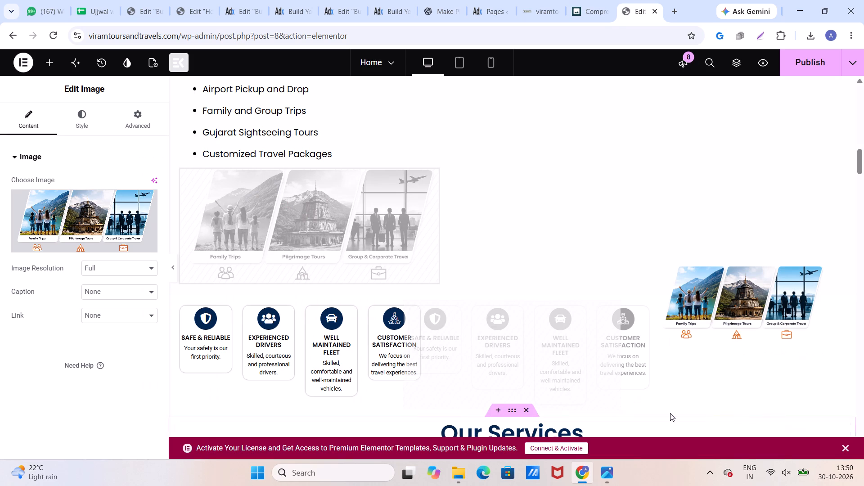
Reselect the imgi_6_ChatGPT-Image-Jun-17-2026 media file for the small coloured Family Trips picture beside the feature cards.
left_click(722, 291)
left_click(54, 235)
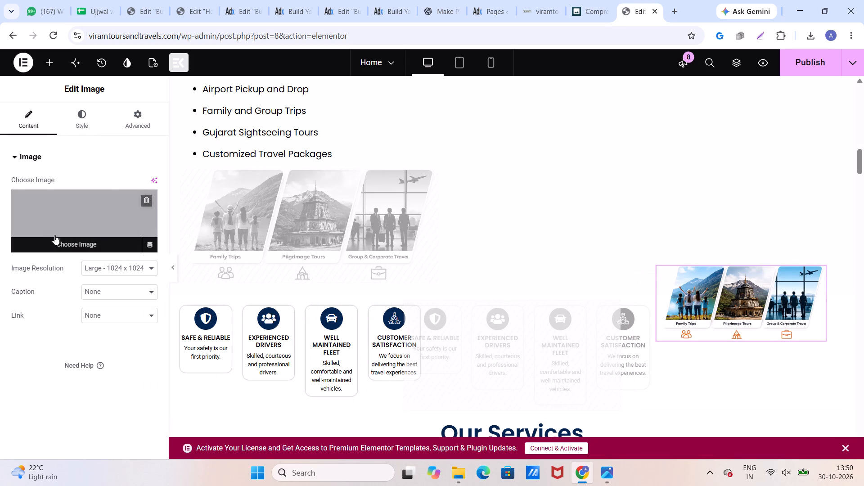
scroll(388, 286, "down", 9)
scroll(388, 286, "up", 1)
scroll(388, 286, "down", 2)
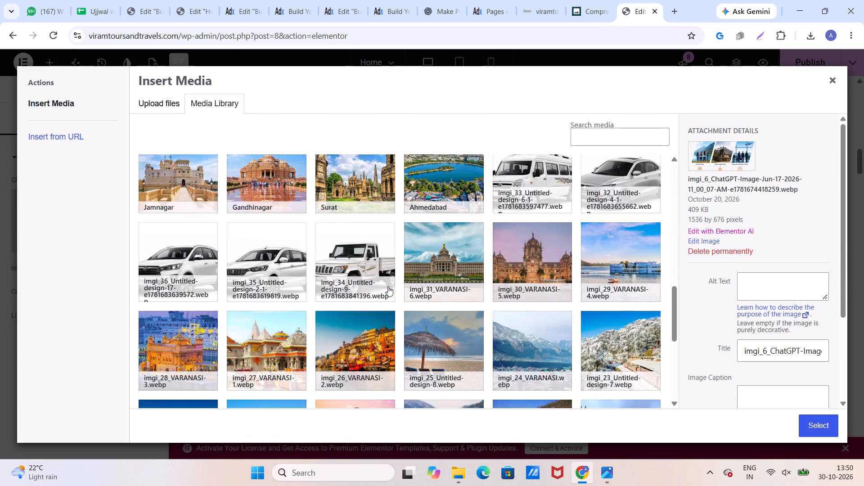
scroll(388, 286, "down", 1)
scroll(388, 286, "up", 1)
scroll(388, 286, "down", 1)
scroll(388, 286, "up", 1)
scroll(388, 286, "down", 13)
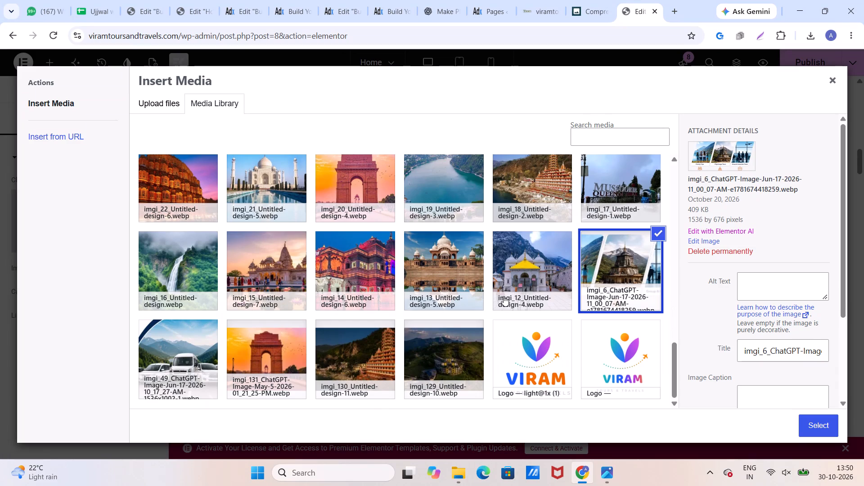
left_click(542, 286)
left_click(598, 280)
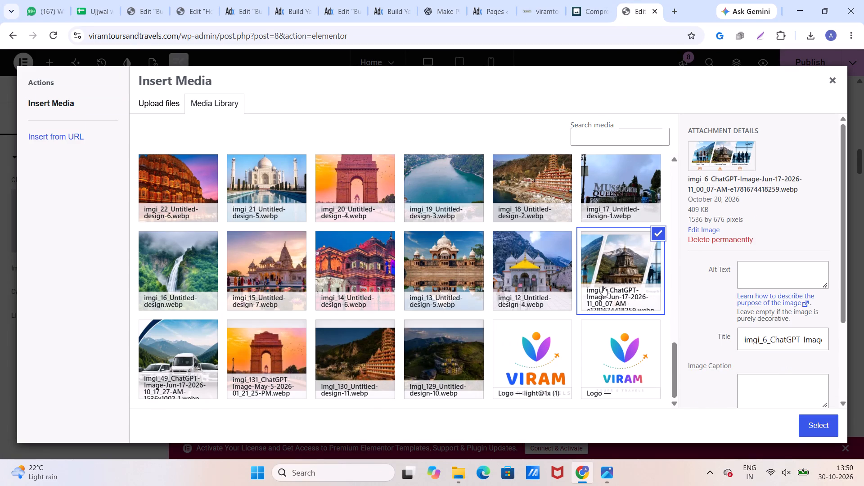
left_click(804, 427)
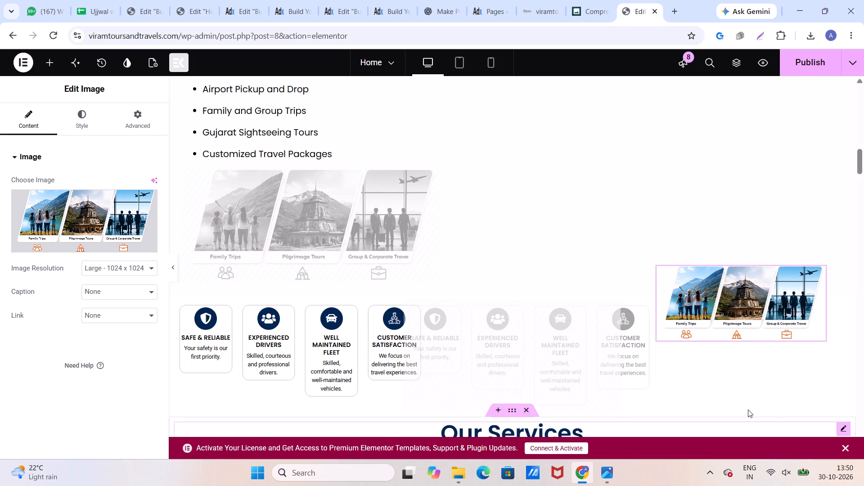
Reselect the untitled lake-view file Untitled-Design-2026-10-20T115635.266-100kb from the media library for the Ahmedabad card image under Our Services.
scroll(458, 280, "down", 6)
left_click(243, 251)
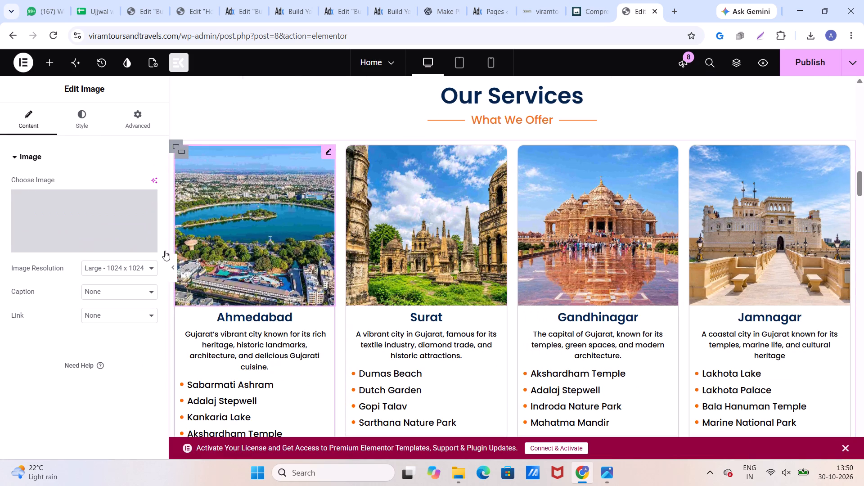
left_click(99, 220)
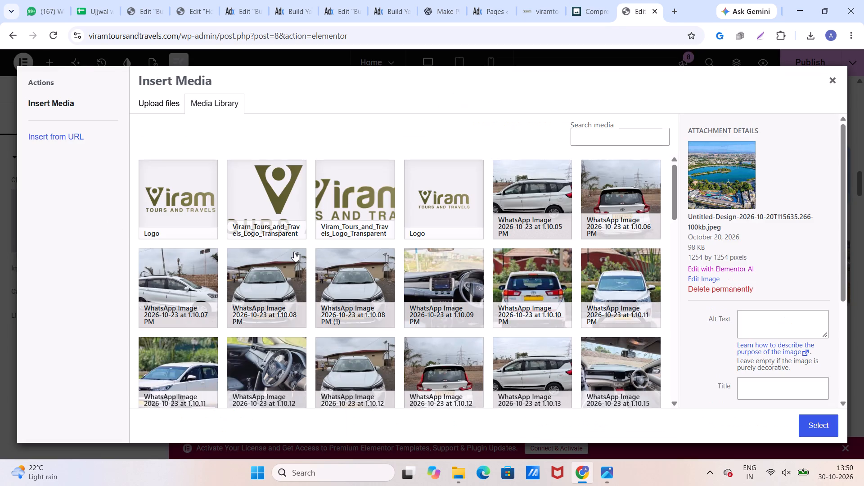
scroll(299, 254, "down", 17)
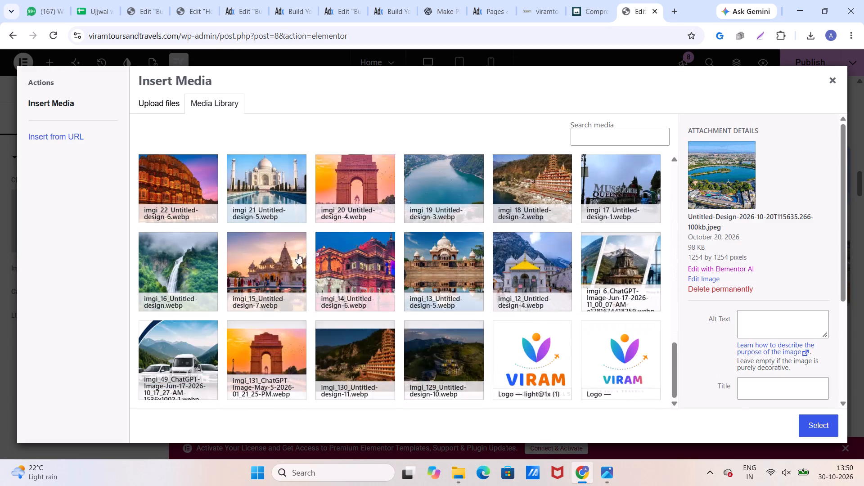
scroll(297, 254, "down", 6)
scroll(297, 254, "up", 11)
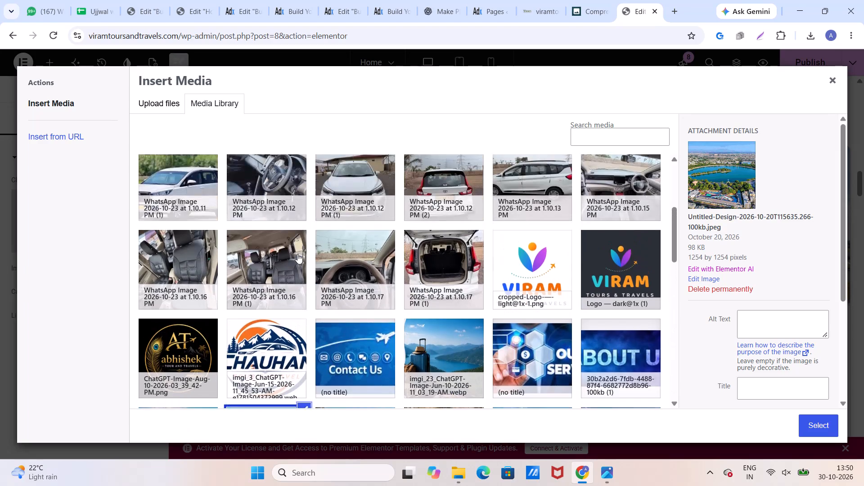
scroll(297, 254, "down", 3)
left_click(196, 266)
left_click(238, 269)
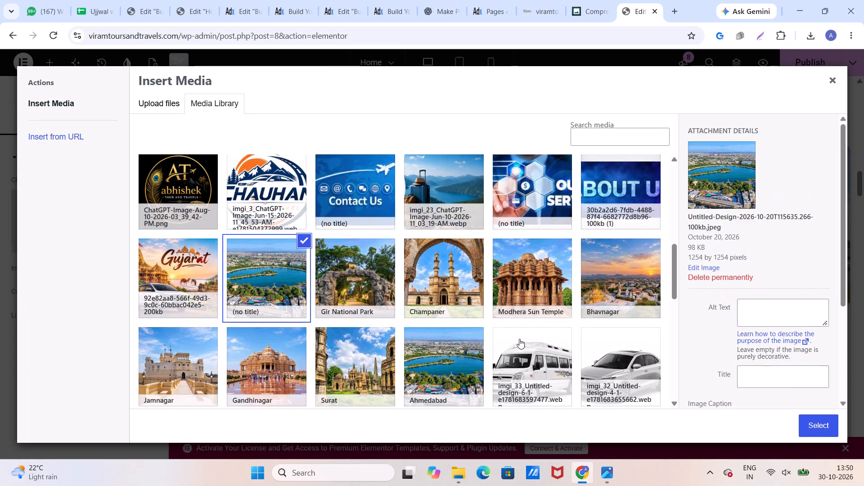
left_click(812, 427)
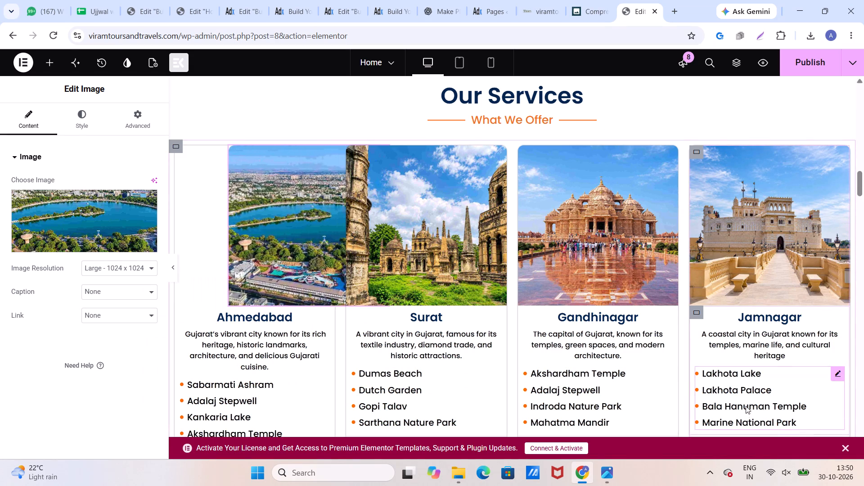
Reselect the Surat media file for the Surat card image under Our Services.
left_click(422, 264)
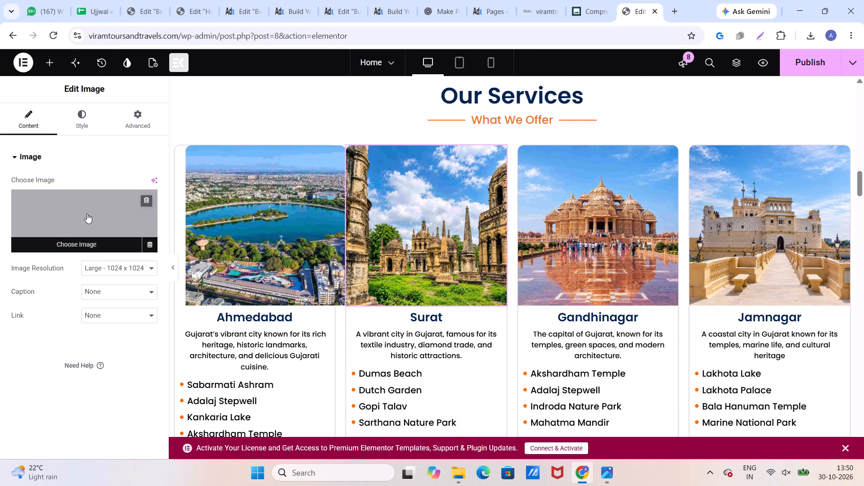
left_click(87, 213)
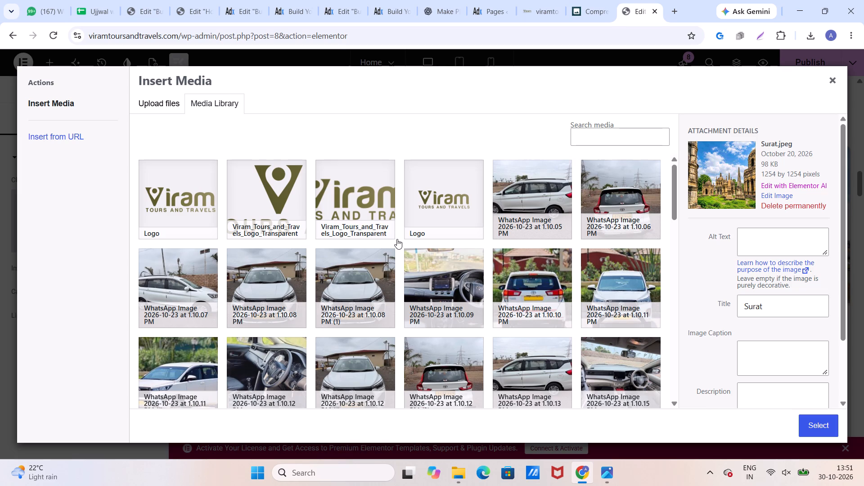
scroll(405, 229, "down", 7)
left_click(254, 324)
left_click(355, 324)
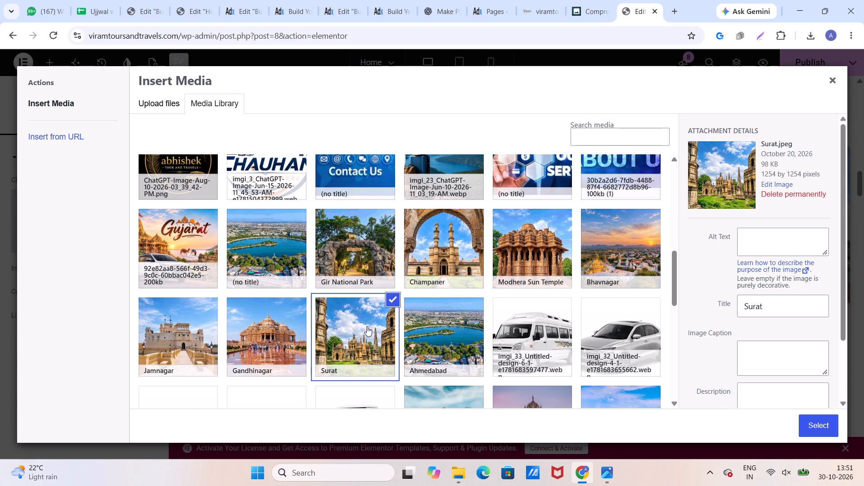
left_click(810, 422)
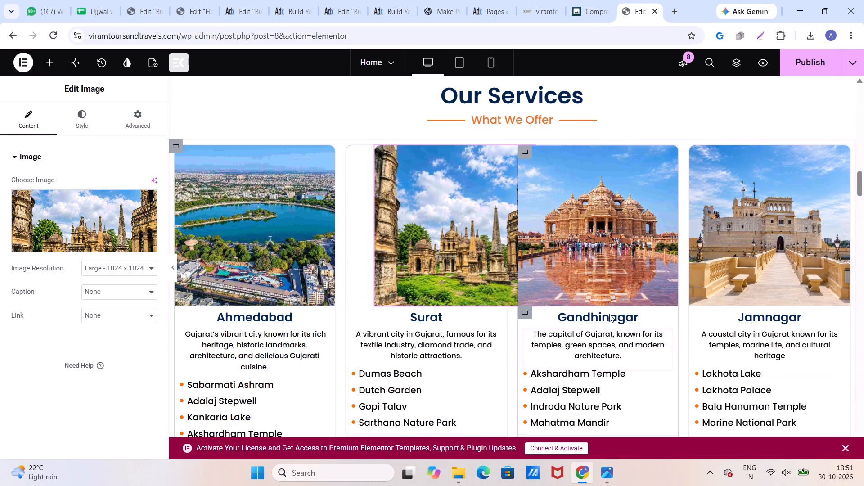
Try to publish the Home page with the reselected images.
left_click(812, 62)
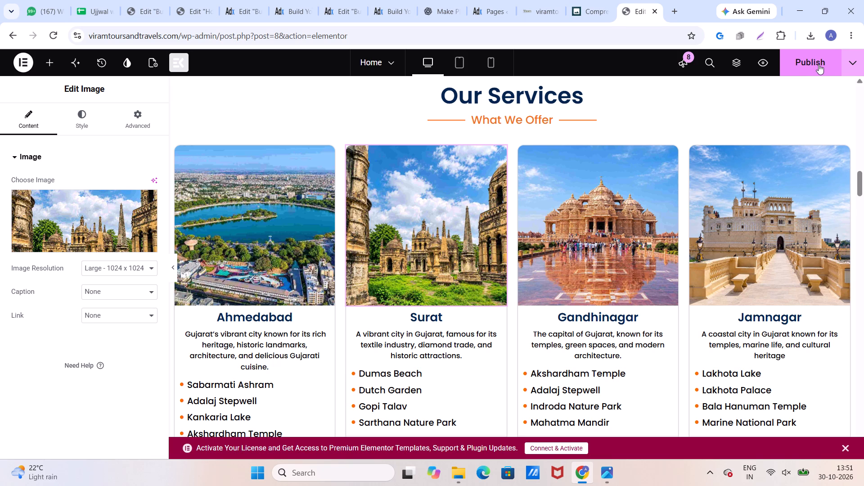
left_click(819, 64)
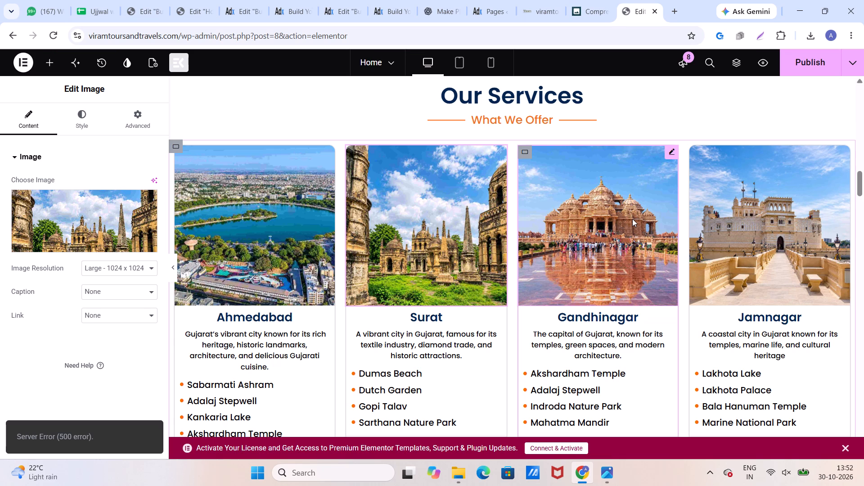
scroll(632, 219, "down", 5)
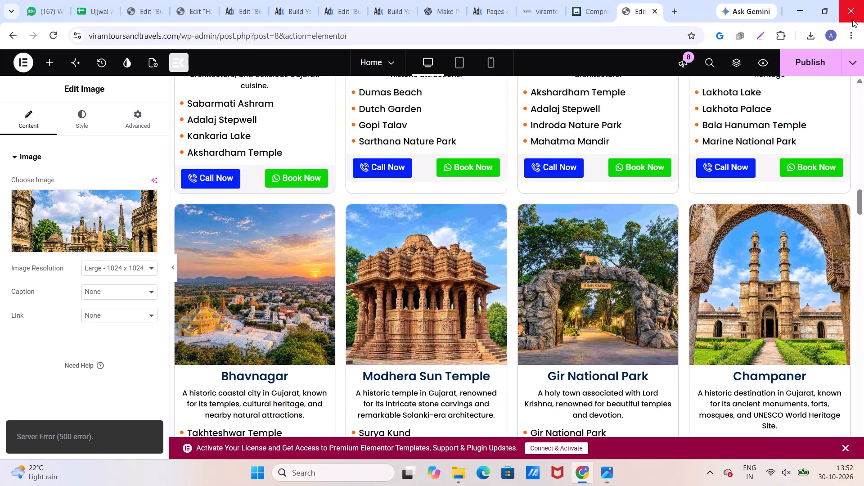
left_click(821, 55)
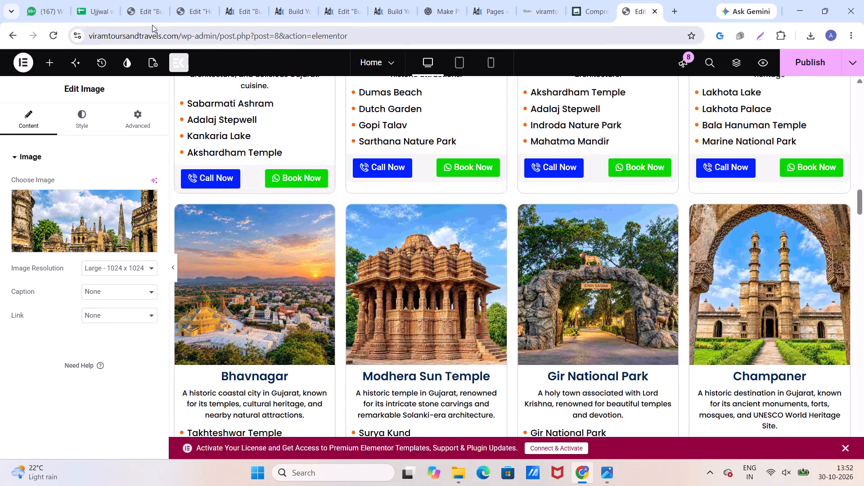
Exit the Elementor editor to the WordPress edit screen of the Home page.
left_click(18, 68)
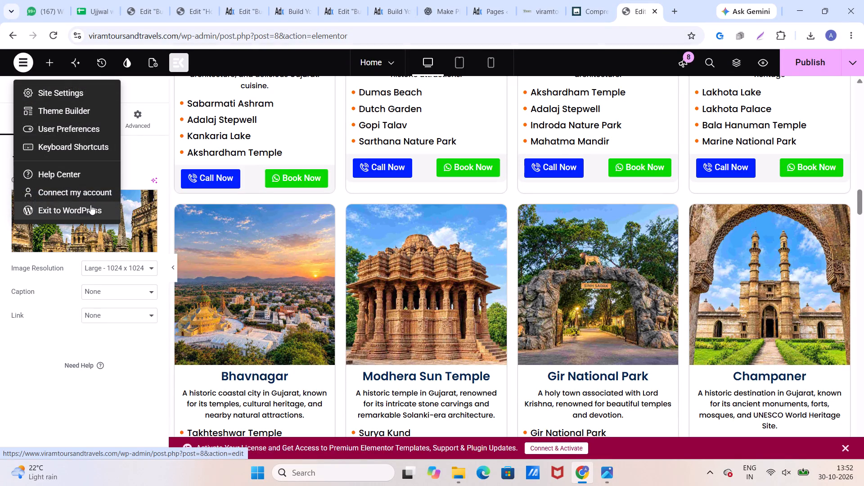
left_click(90, 205)
left_click(492, 110)
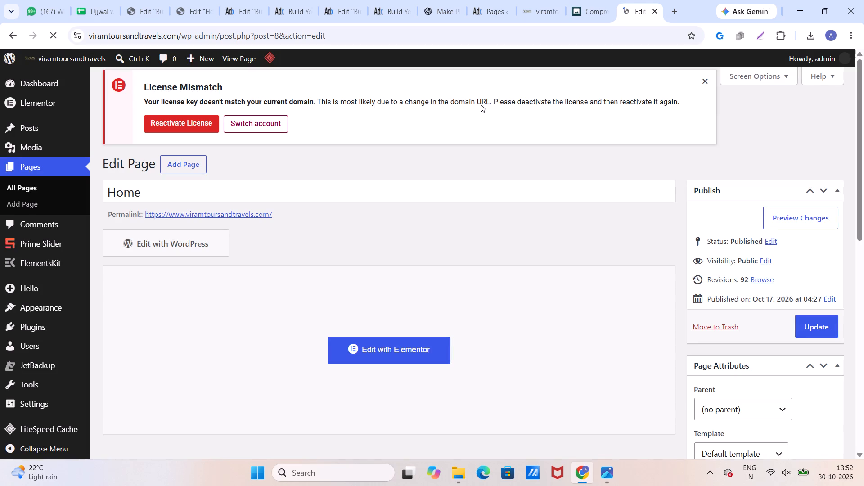
Open the LiteSpeed Cache toolbox and purge all of the site's caches twice.
left_click(277, 59)
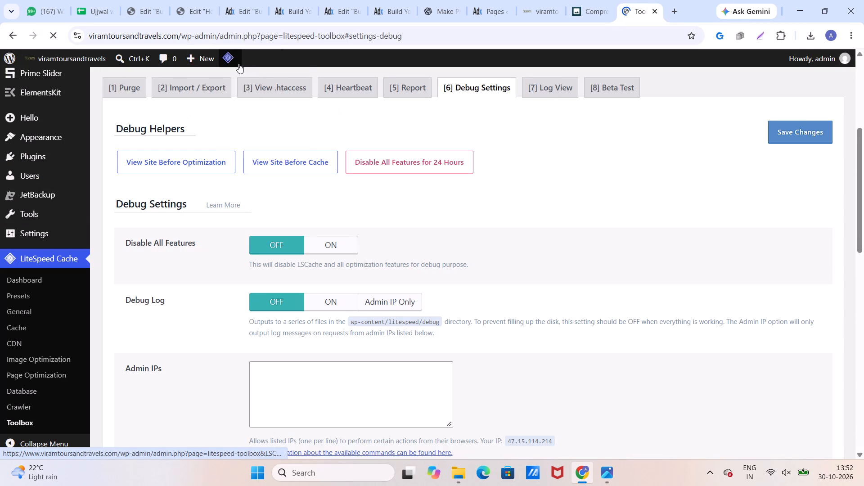
left_click(251, 118)
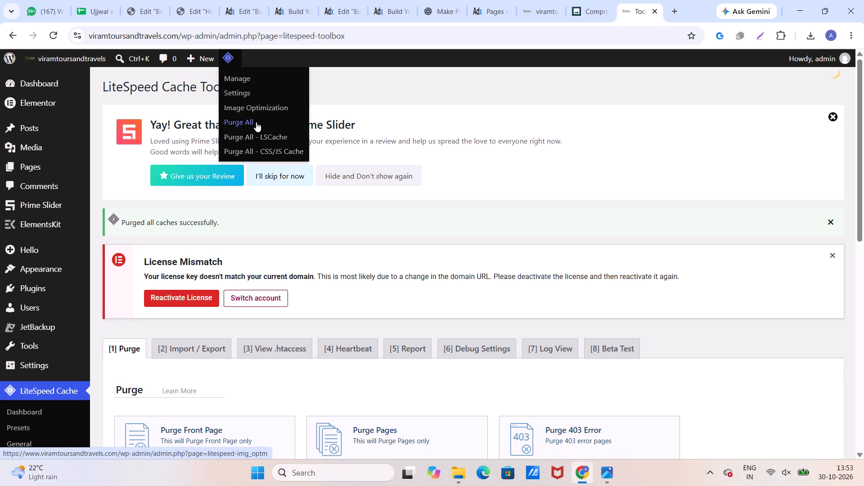
left_click(255, 122)
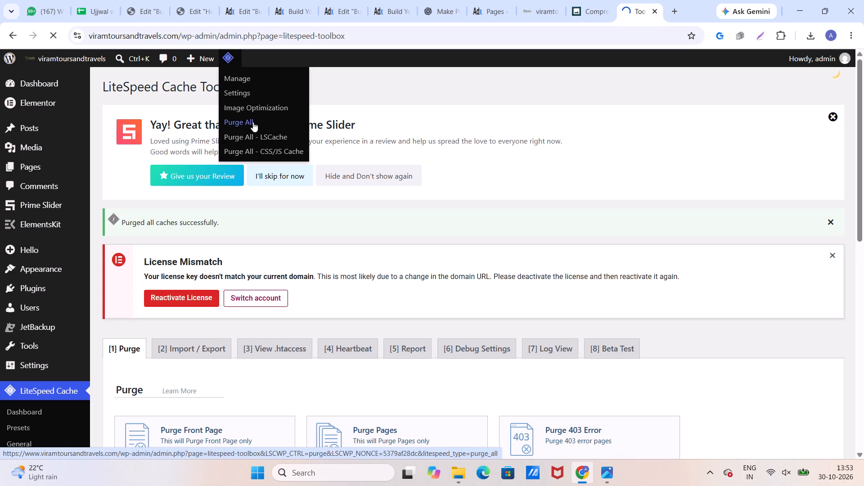
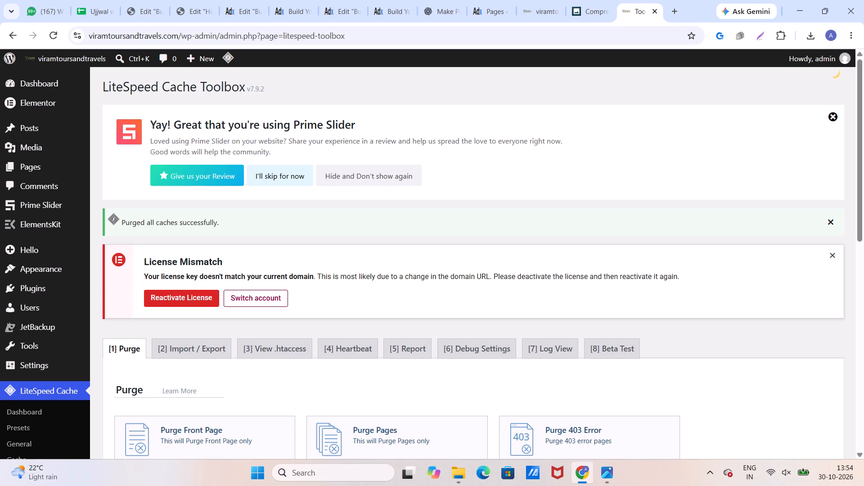
Purge all LSCache entries for the site from the LiteSpeed Cache options.
left_click(236, 58)
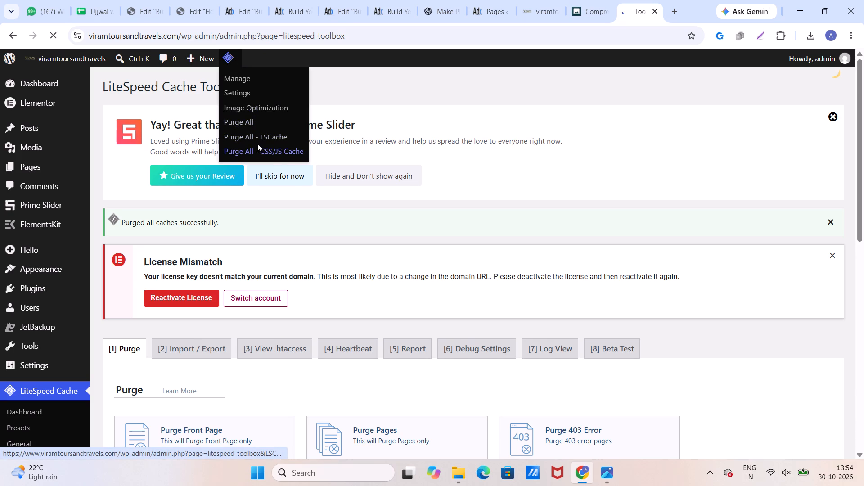
left_click(257, 144)
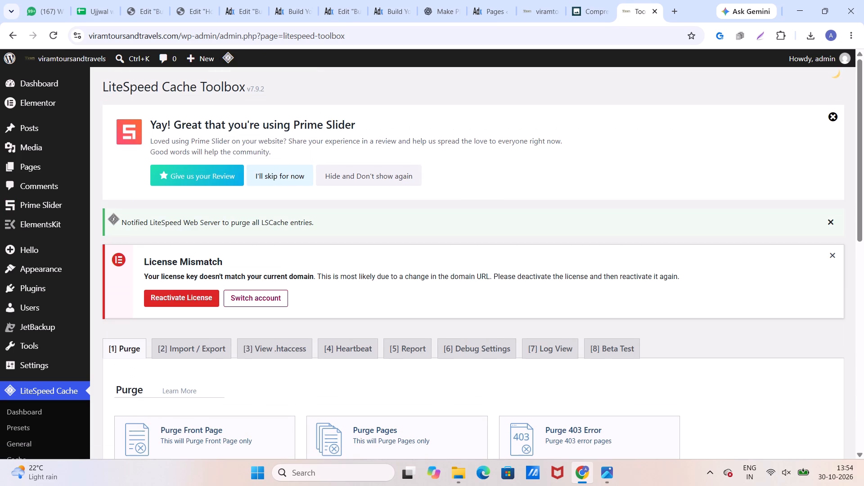
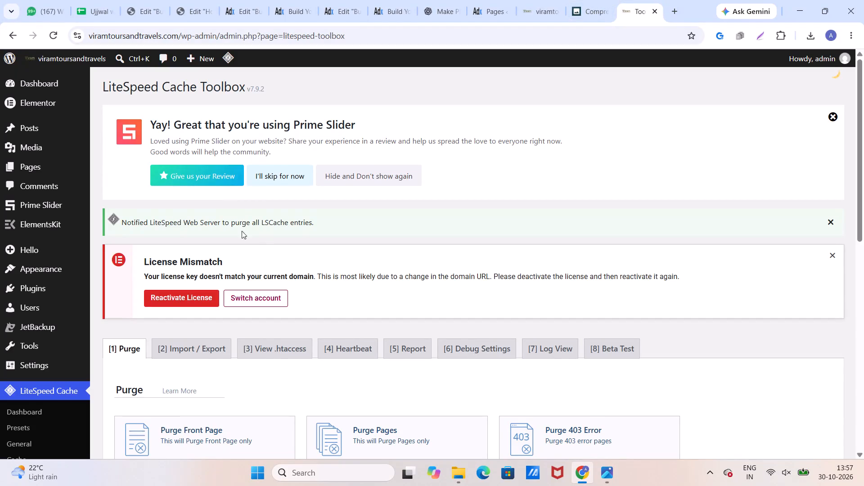
Purge all LSCache entries for the site once more.
left_click(228, 54)
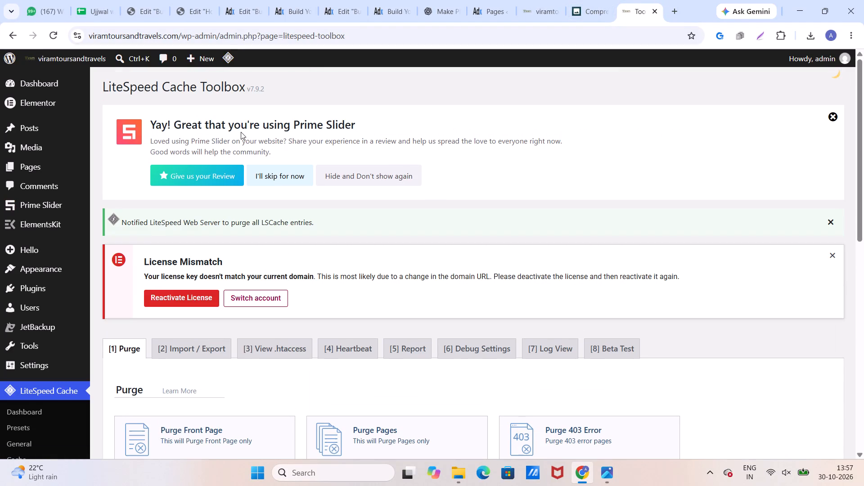
Open the list of all pages in the site's WordPress admin and find the Home page.
left_click(51, 164)
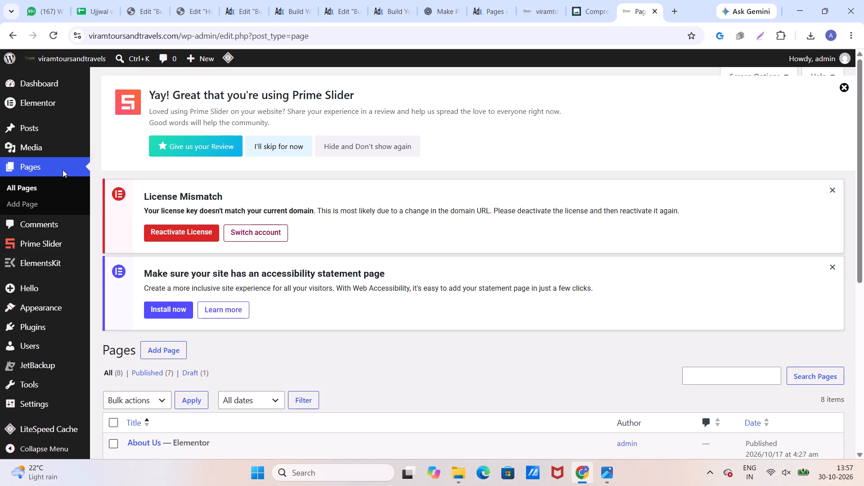
scroll(243, 273, "down", 3)
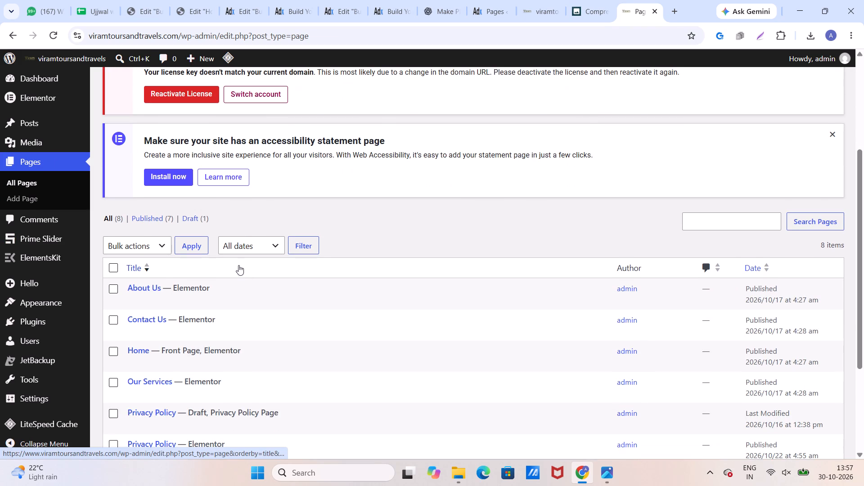
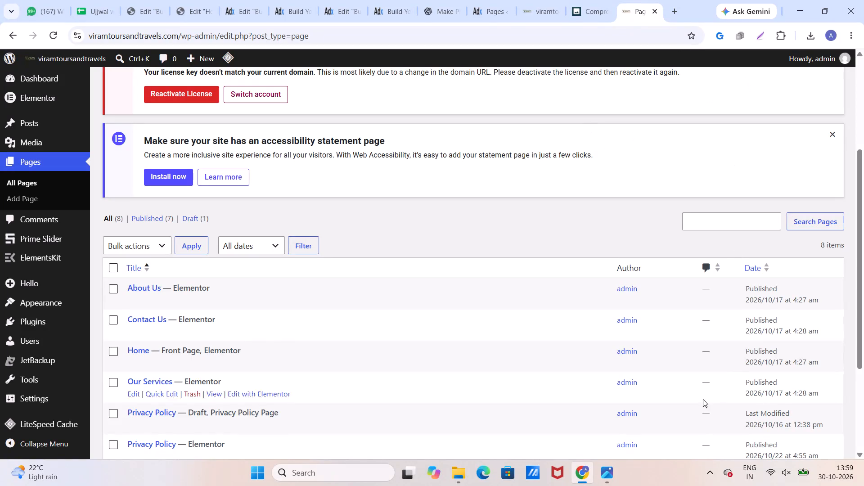
Show the hidden background app icons in the Windows system tray.
left_click(710, 480)
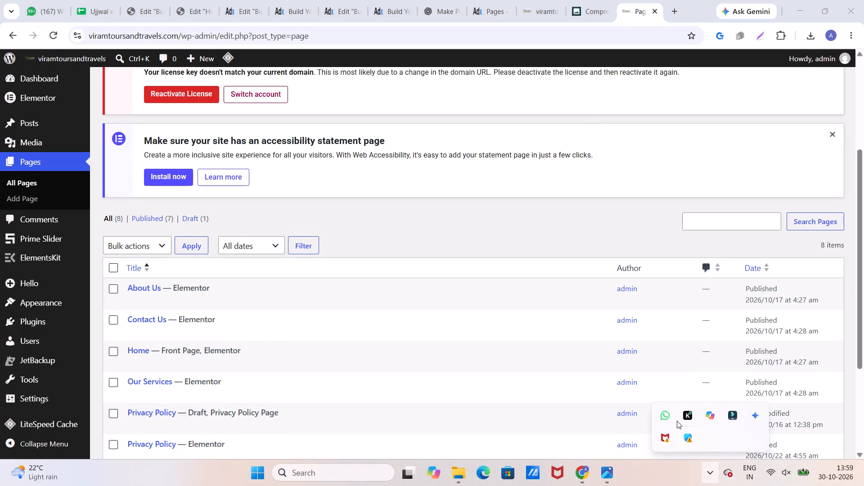
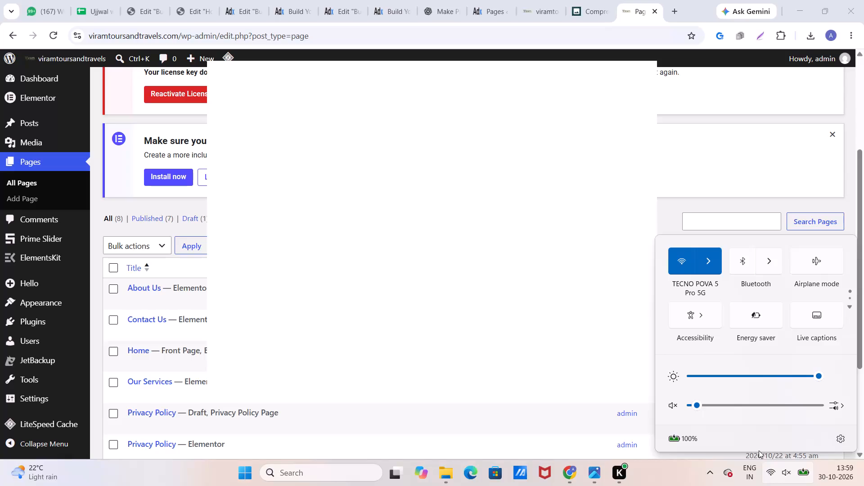
Switch the computer's Wi-Fi connection to the jioairfibre network and return to the site's pages list.
left_click(719, 176)
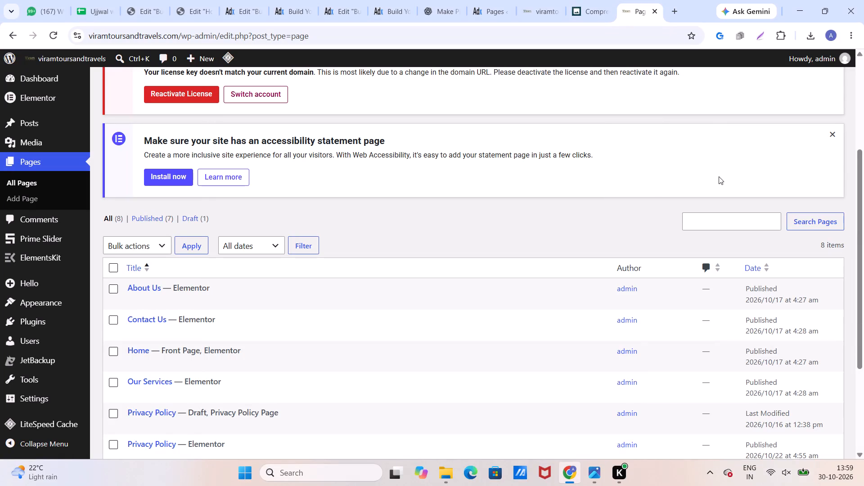
left_click(770, 470)
left_click(704, 267)
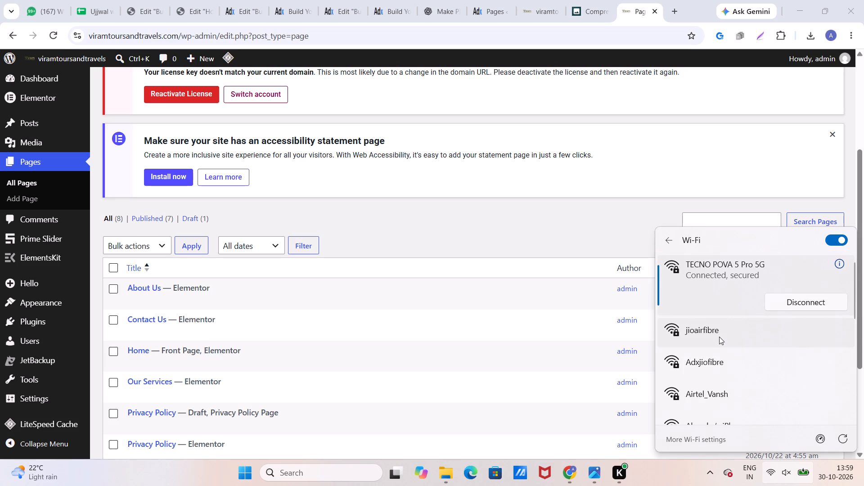
left_click(719, 337)
left_click(773, 351)
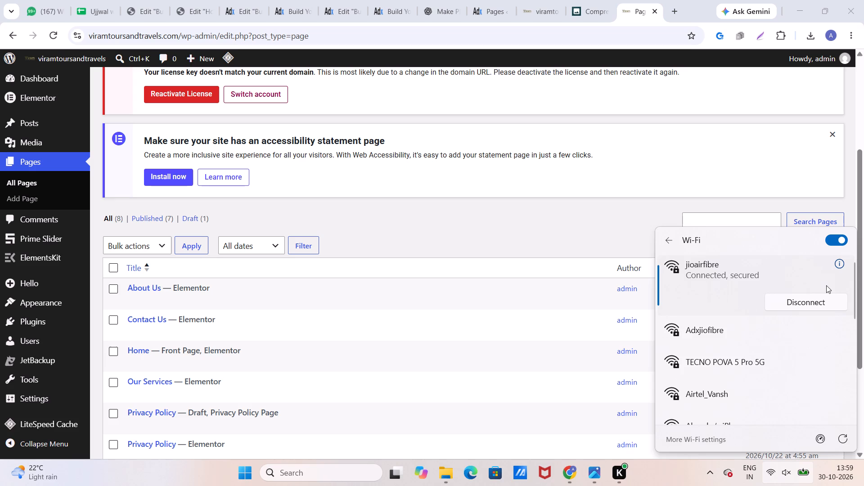
left_click(577, 220)
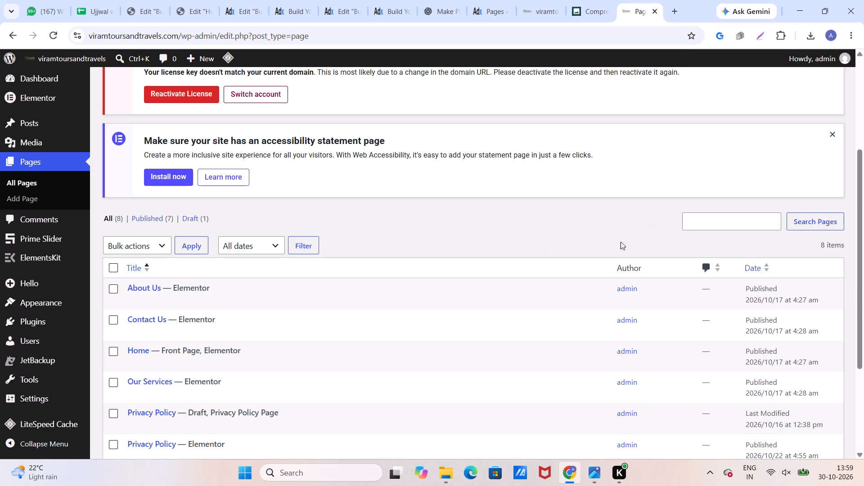
Show the hidden background app icons in the system tray.
left_click(713, 468)
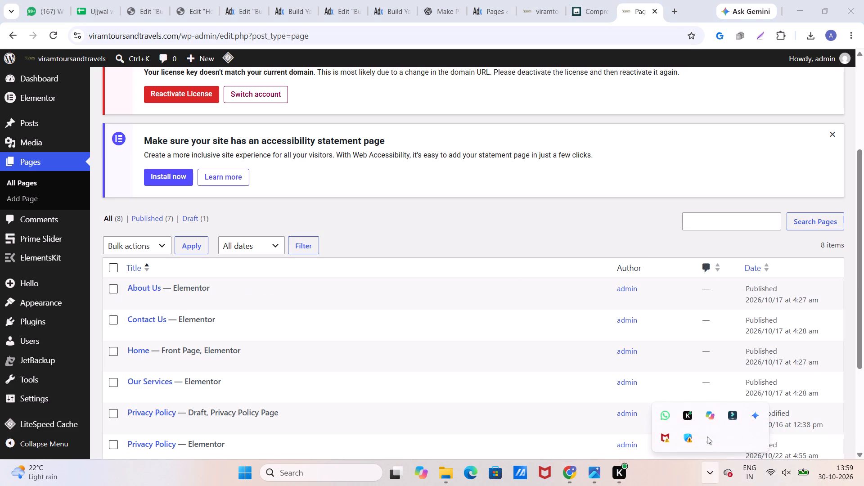